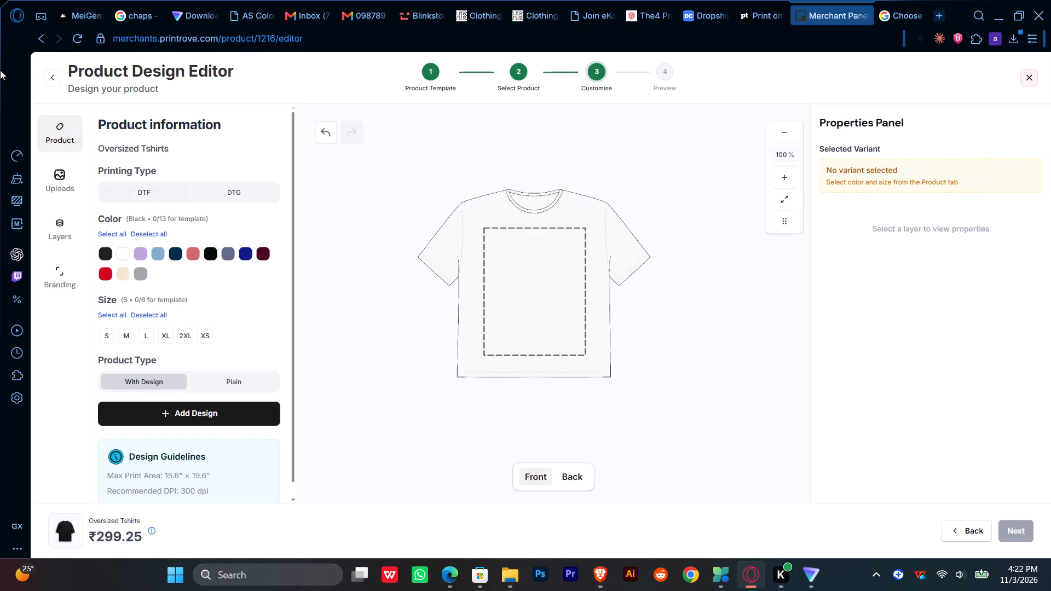
left_click(41, 34)
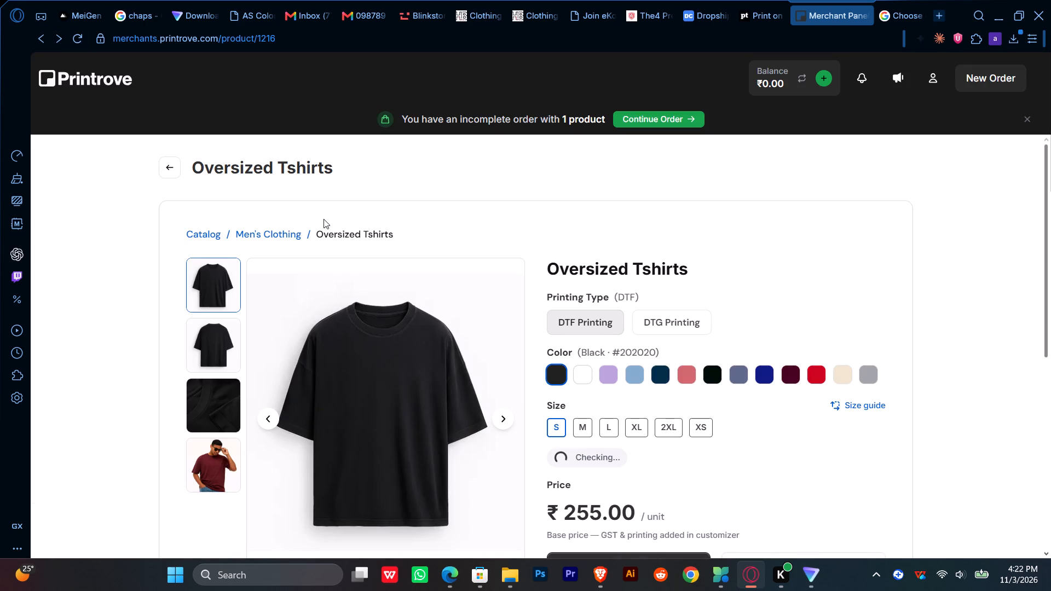
Examine the Oversized Tshirts page's product options, price, description and care instructions.
scroll(563, 237, "down", 6)
scroll(663, 351, "up", 2)
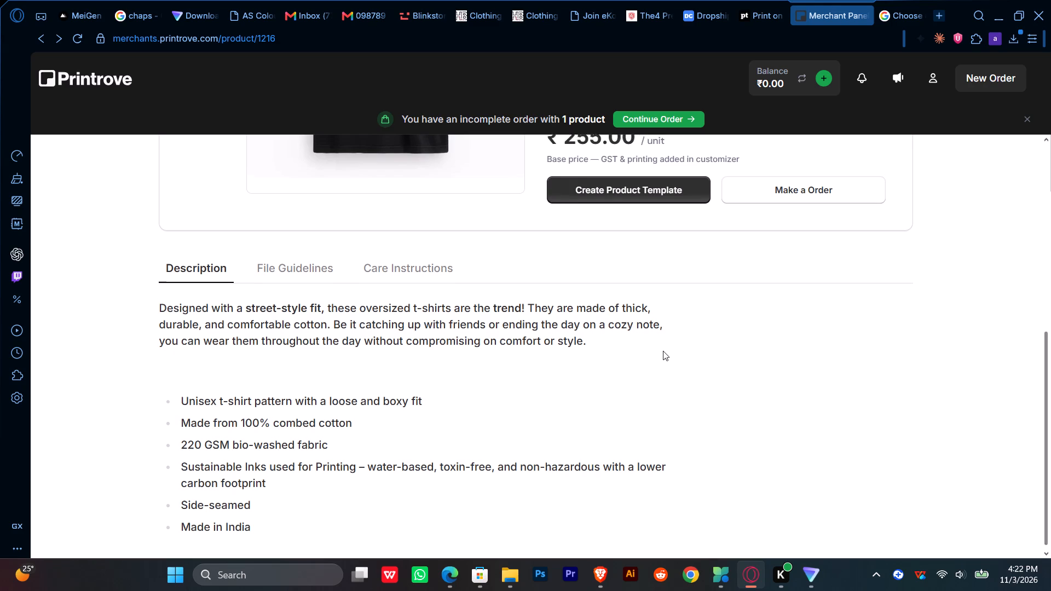
scroll(663, 351, "up", 2)
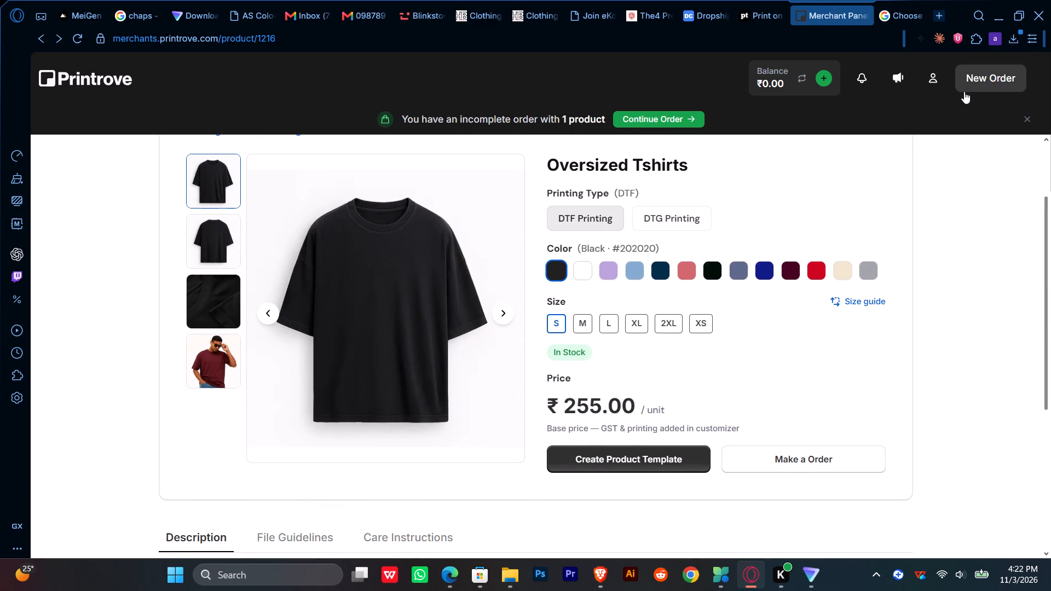
scroll(693, 443, "down", 3)
scroll(693, 443, "up", 1)
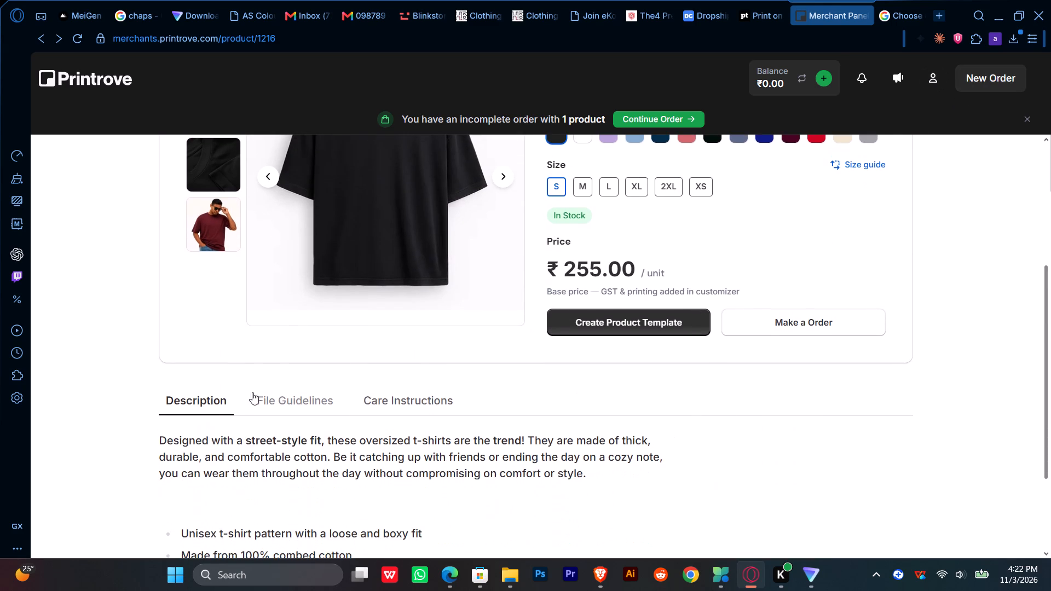
left_click(252, 409)
left_click(387, 400)
scroll(735, 395, "up", 1)
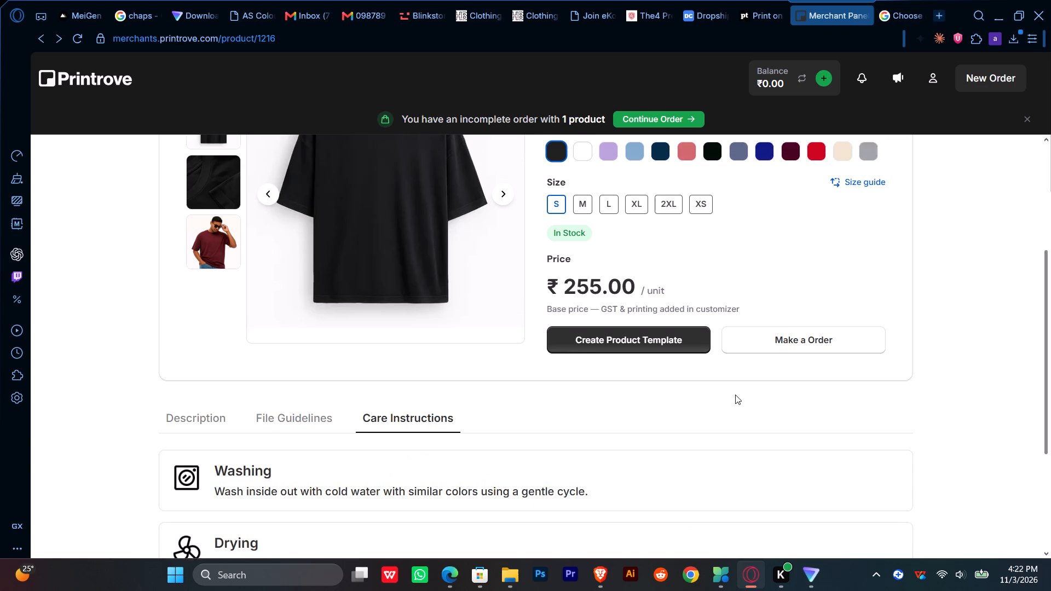
scroll(684, 393, "down", 1)
scroll(684, 393, "up", 1)
scroll(684, 393, "down", 5)
scroll(682, 394, "up", 3)
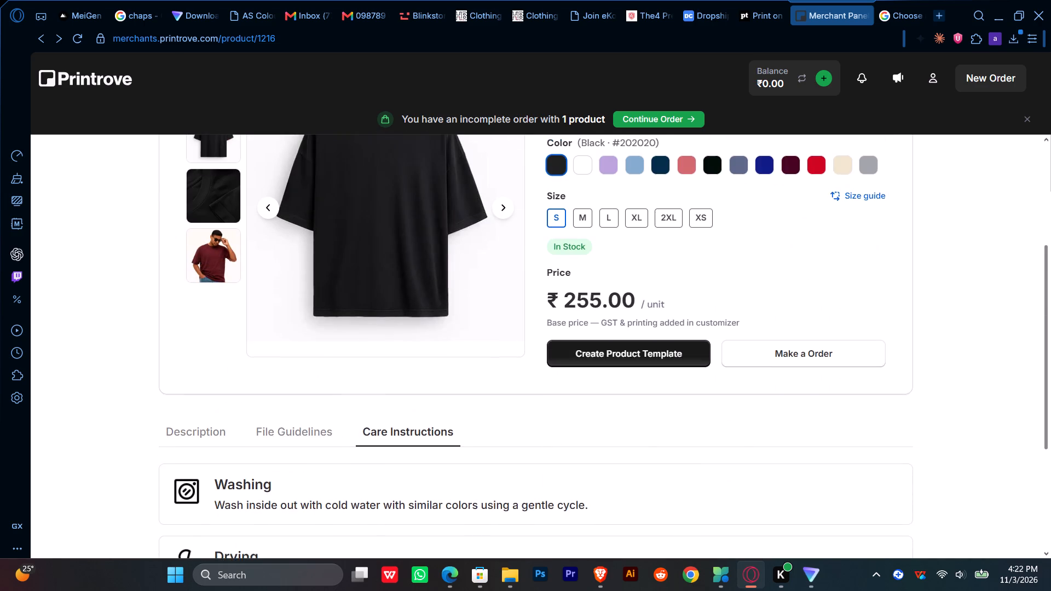
scroll(623, 299, "up", 3)
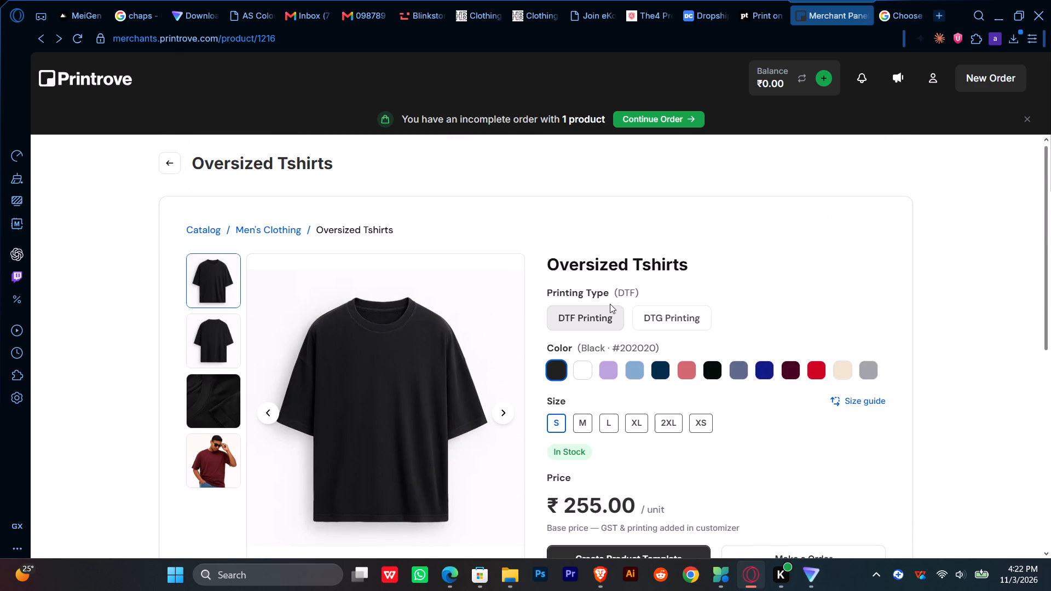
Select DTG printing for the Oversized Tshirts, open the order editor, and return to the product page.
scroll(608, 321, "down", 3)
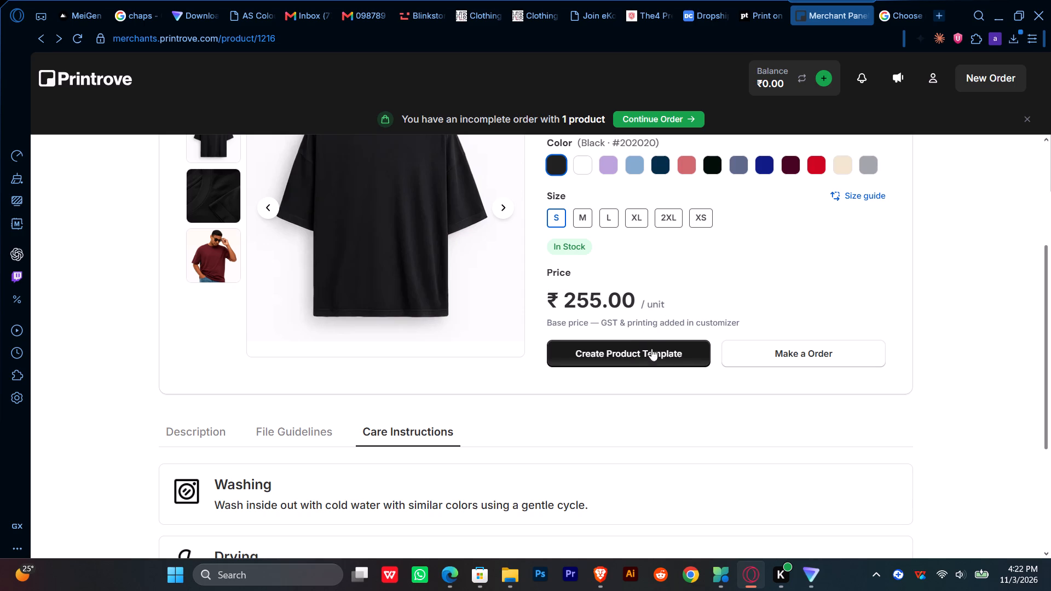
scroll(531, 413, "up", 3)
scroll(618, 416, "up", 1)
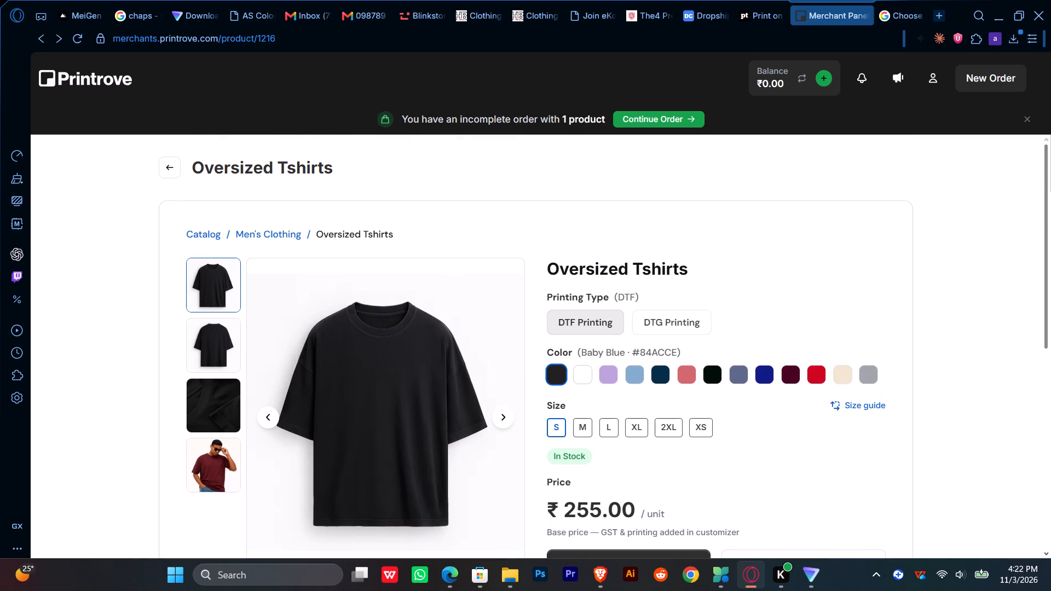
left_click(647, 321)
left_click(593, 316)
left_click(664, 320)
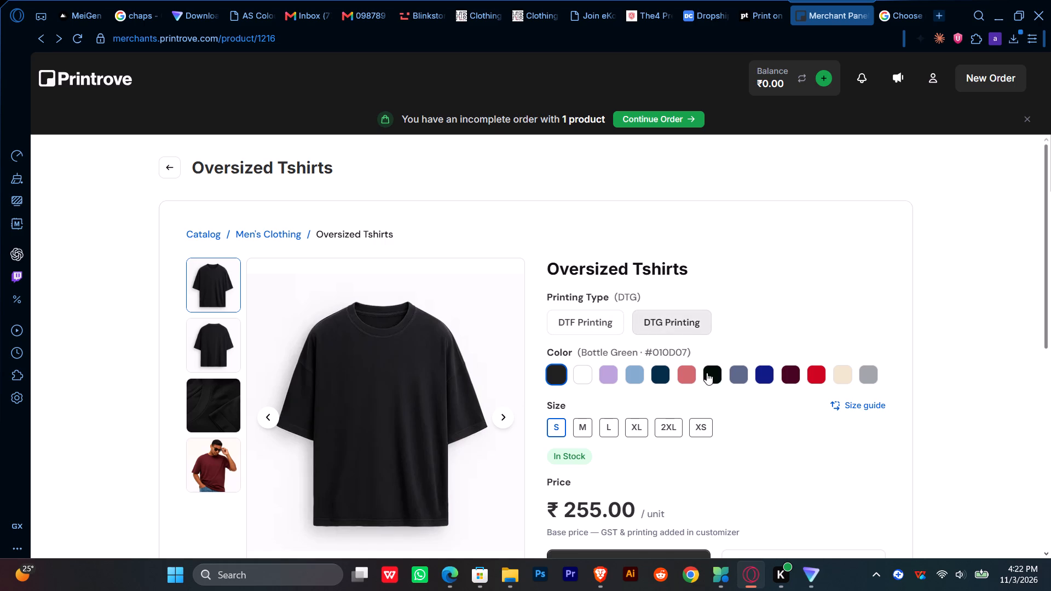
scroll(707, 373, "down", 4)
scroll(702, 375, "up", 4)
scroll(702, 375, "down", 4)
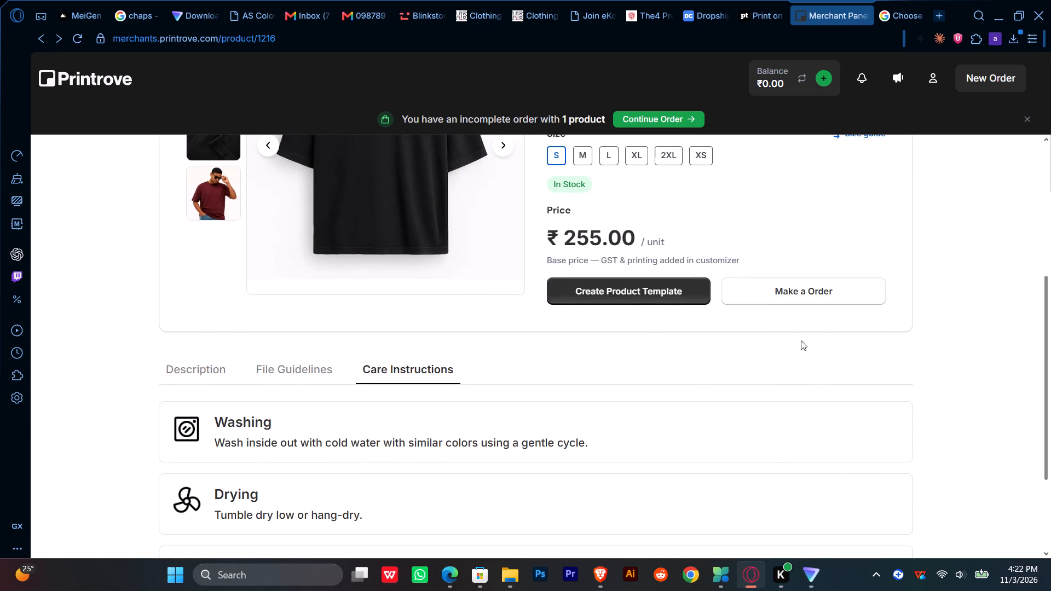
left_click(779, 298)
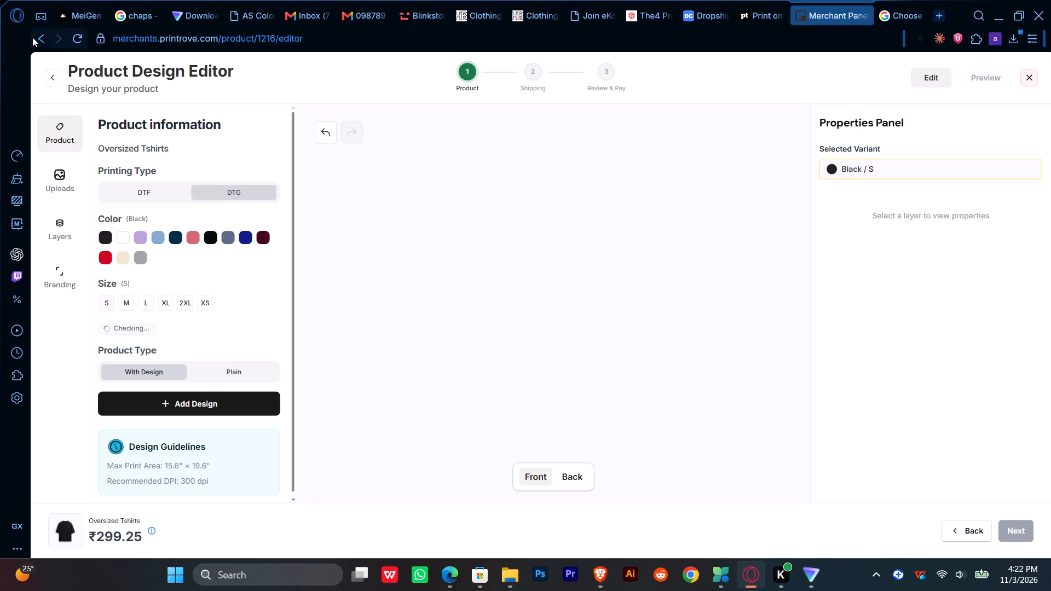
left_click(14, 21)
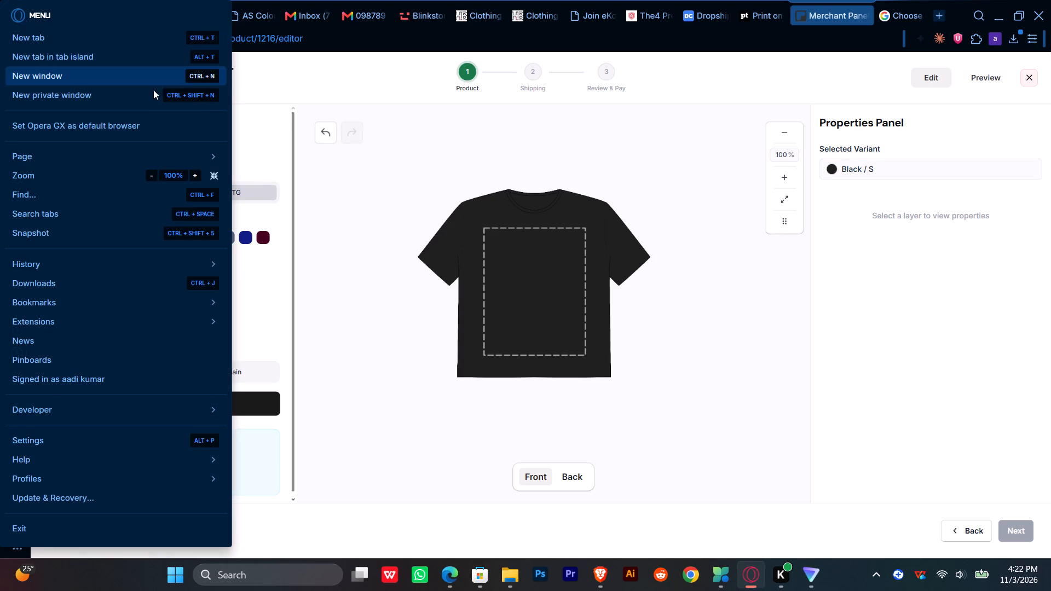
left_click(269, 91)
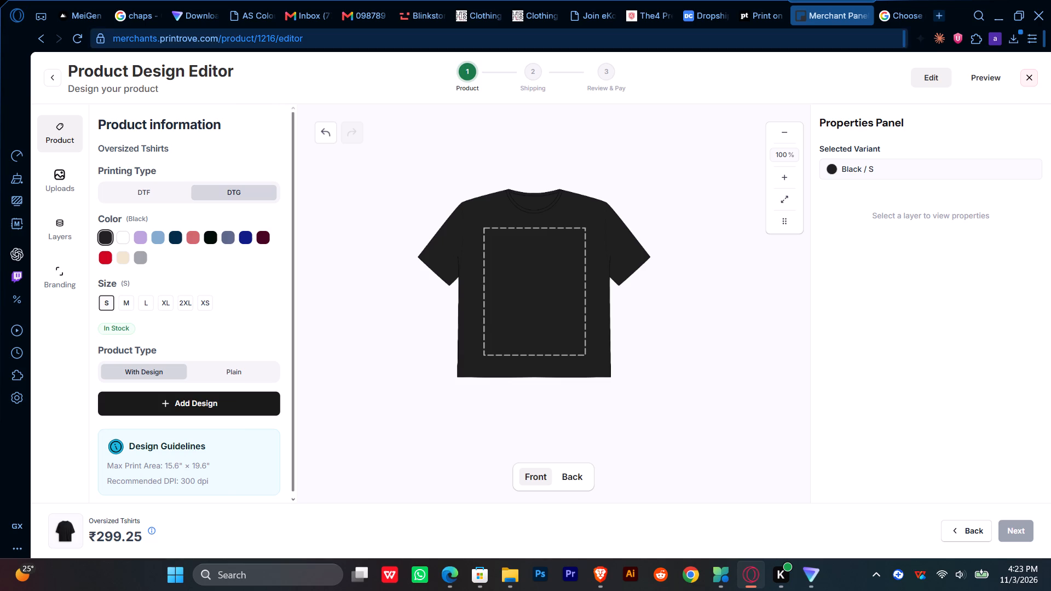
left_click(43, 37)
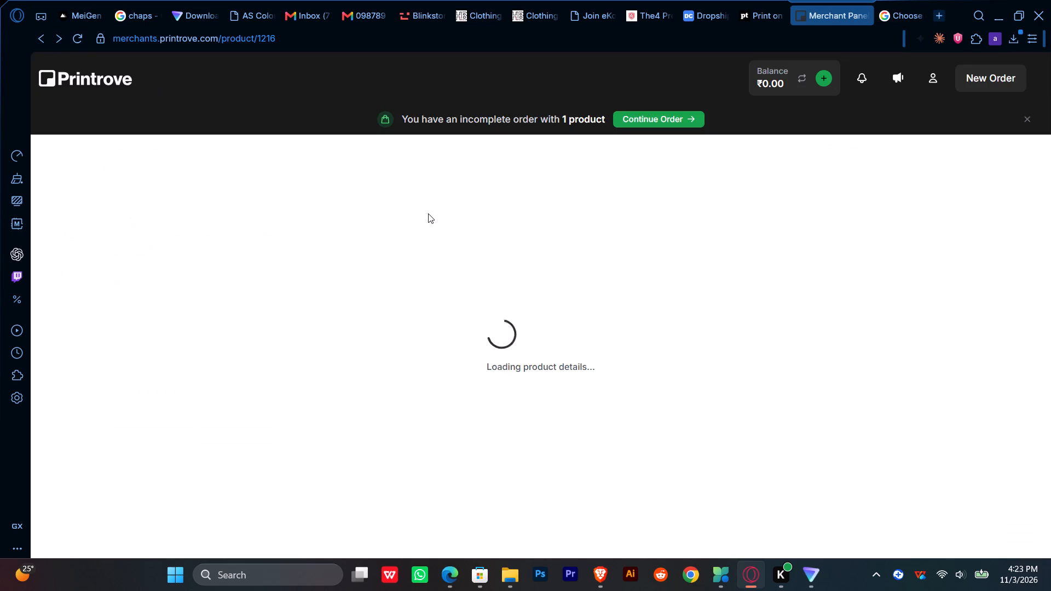
Open the Half Sleeve V-Neck Tshirt page from the Men's Clothing catalog.
left_click(246, 230)
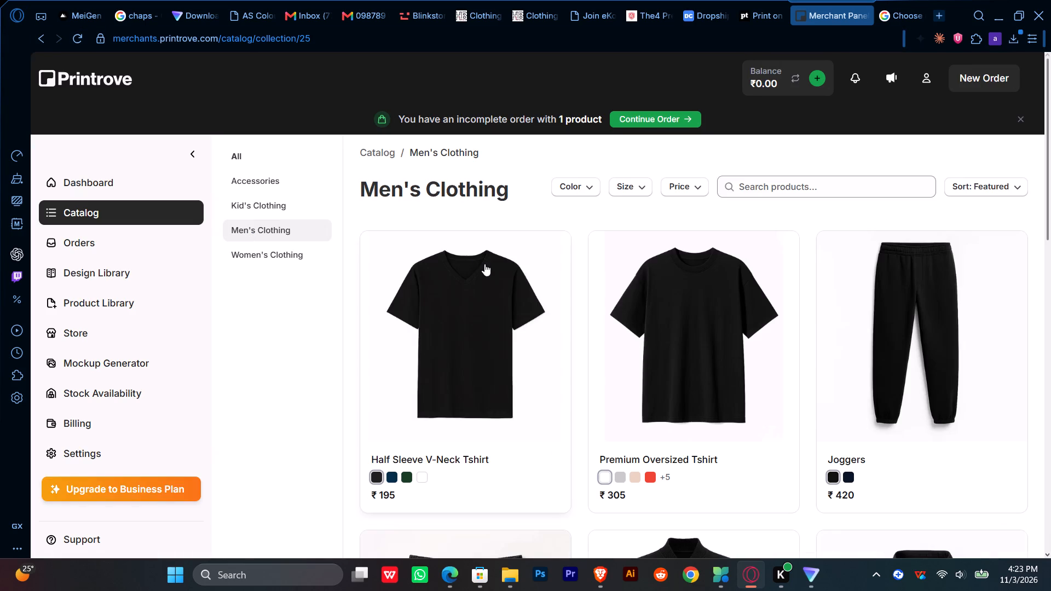
scroll(402, 318, "down", 3)
left_click(437, 246)
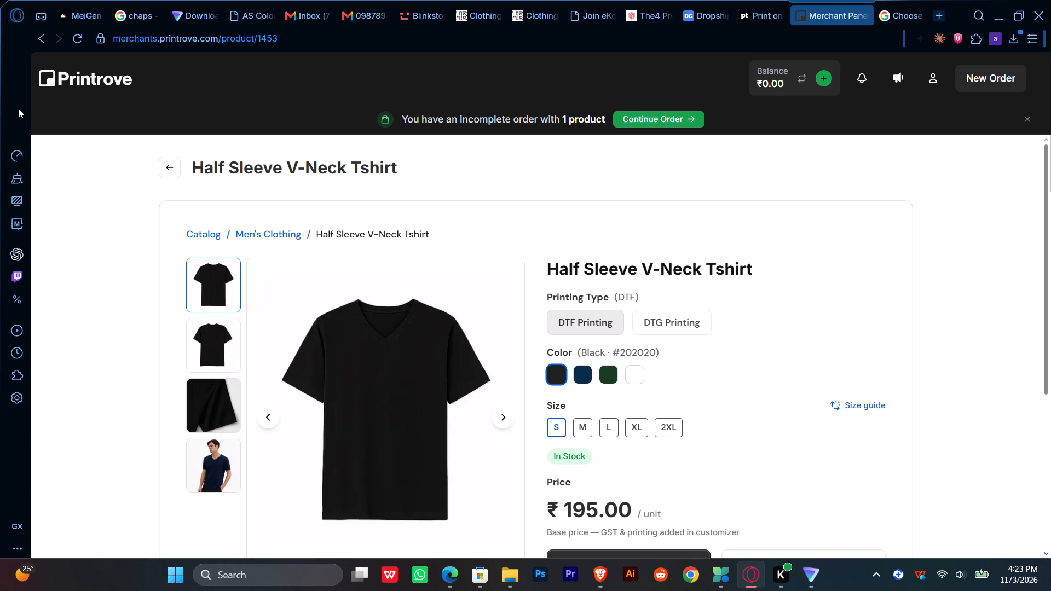
Return to the dashboard and start a sample order from the getting-started tasks.
left_click(46, 69)
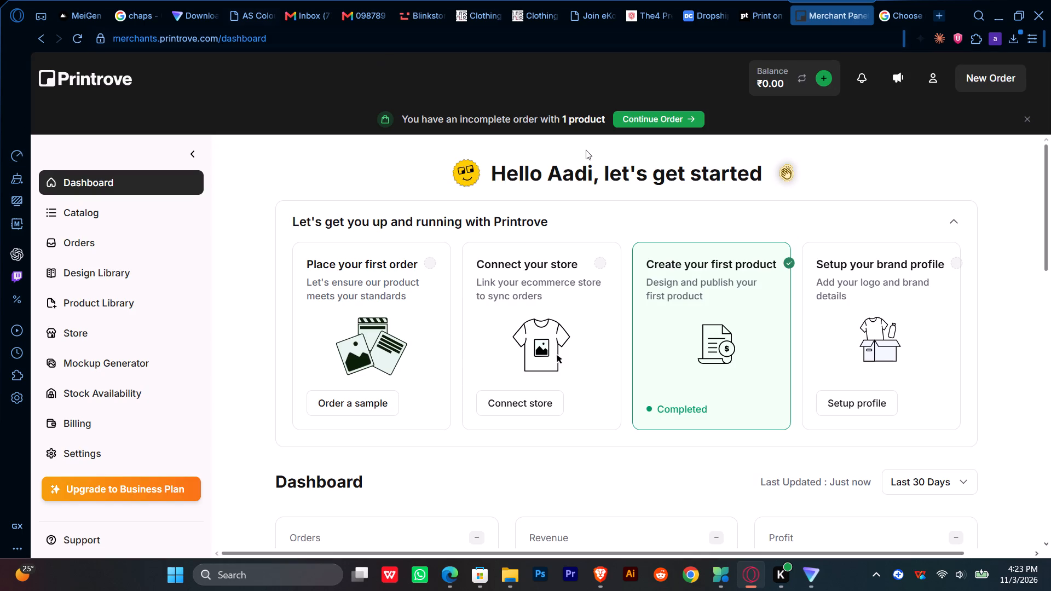
left_click(682, 420)
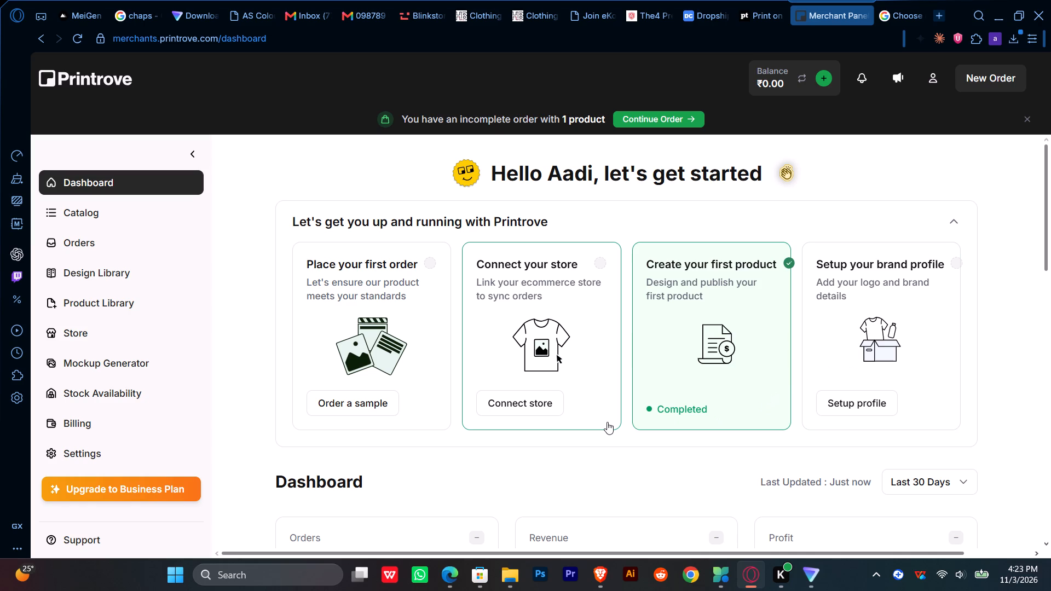
left_click(334, 395)
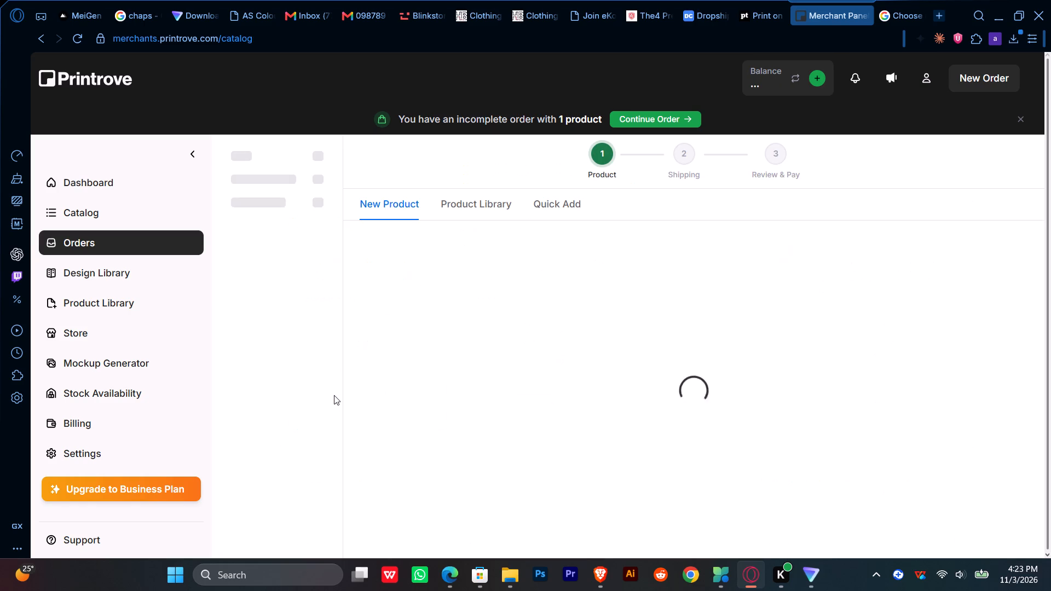
Browse the new-product catalog offered for the order.
scroll(385, 378, "down", 7)
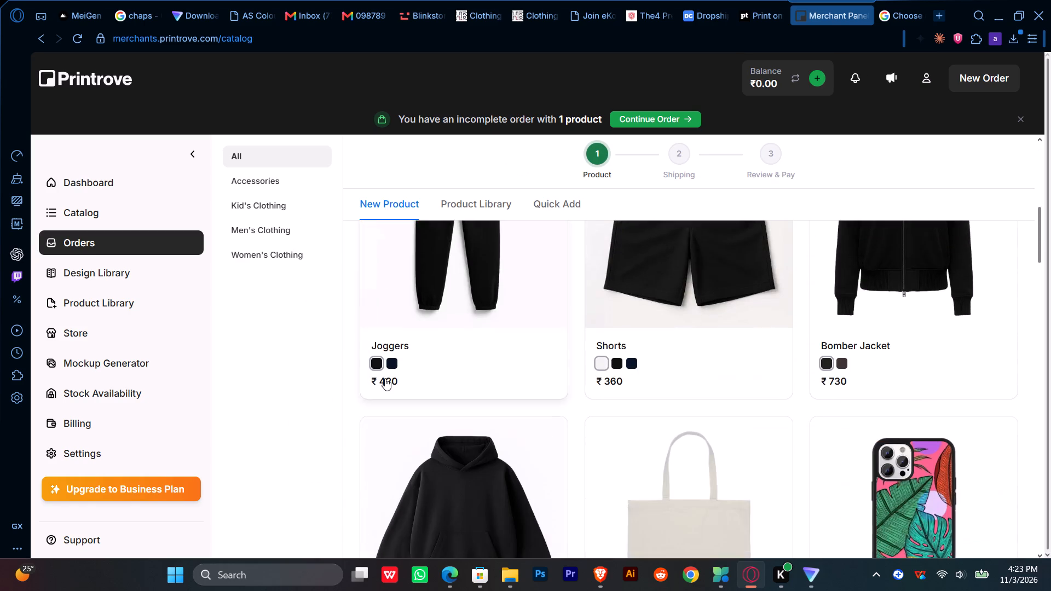
scroll(385, 378, "down", 5)
scroll(385, 378, "up", 1)
scroll(385, 378, "down", 6)
scroll(385, 378, "up", 1)
scroll(385, 378, "down", 4)
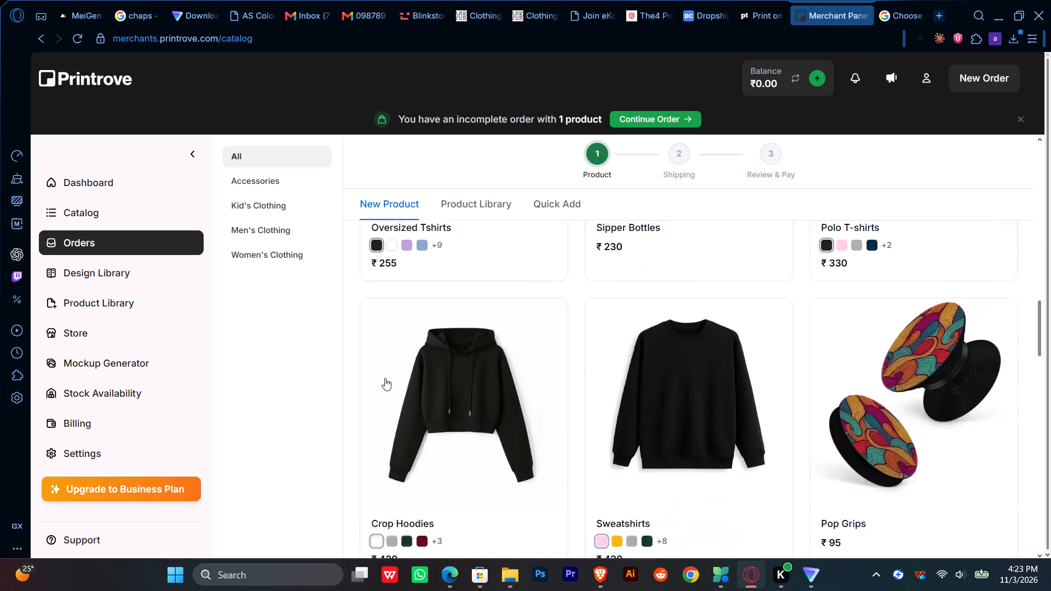
scroll(385, 378, "up", 1)
scroll(385, 378, "down", 1)
left_click(570, 200)
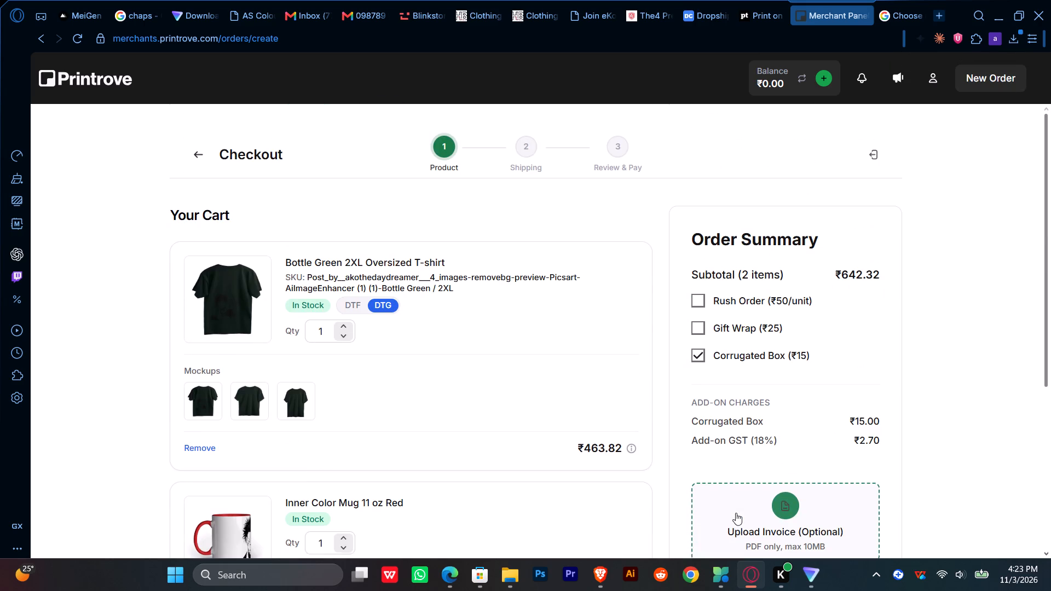
scroll(736, 513, "down", 5)
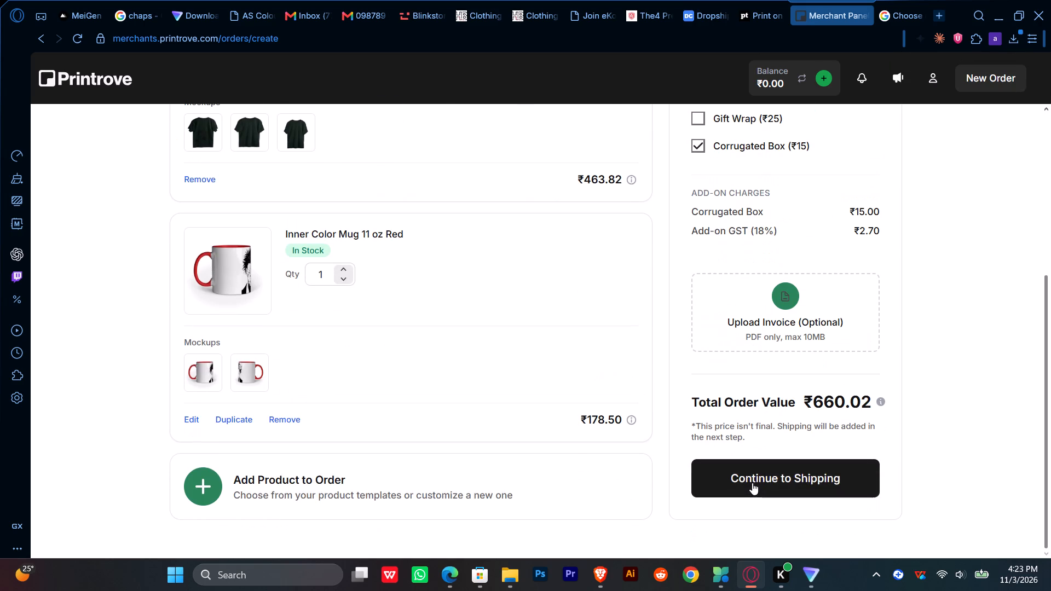
left_click_drag(293, 346, 301, 351)
left_click(397, 354)
scroll(397, 354, "up", 1)
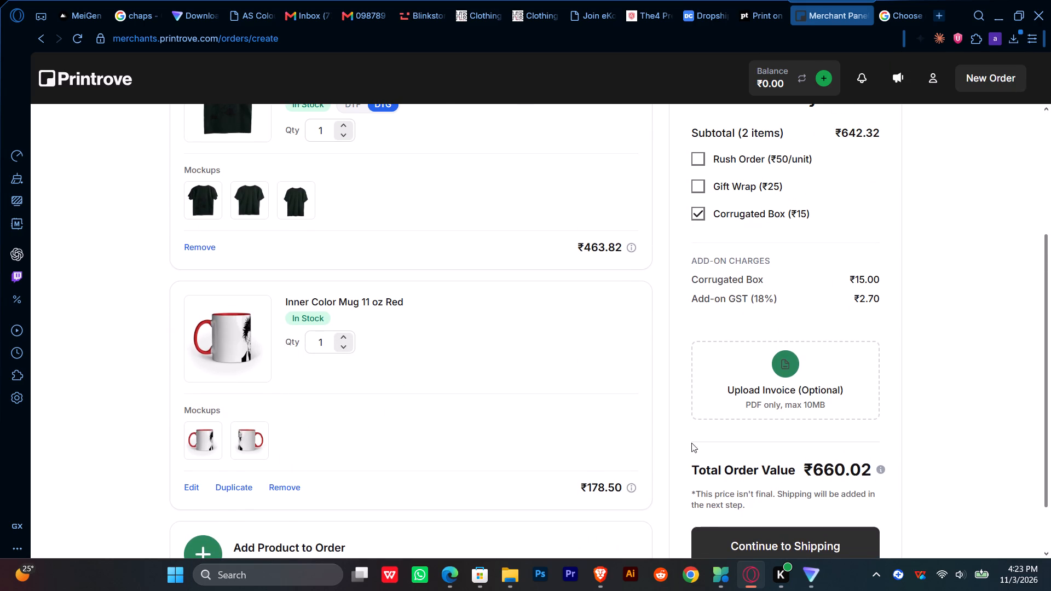
scroll(696, 443, "up", 2)
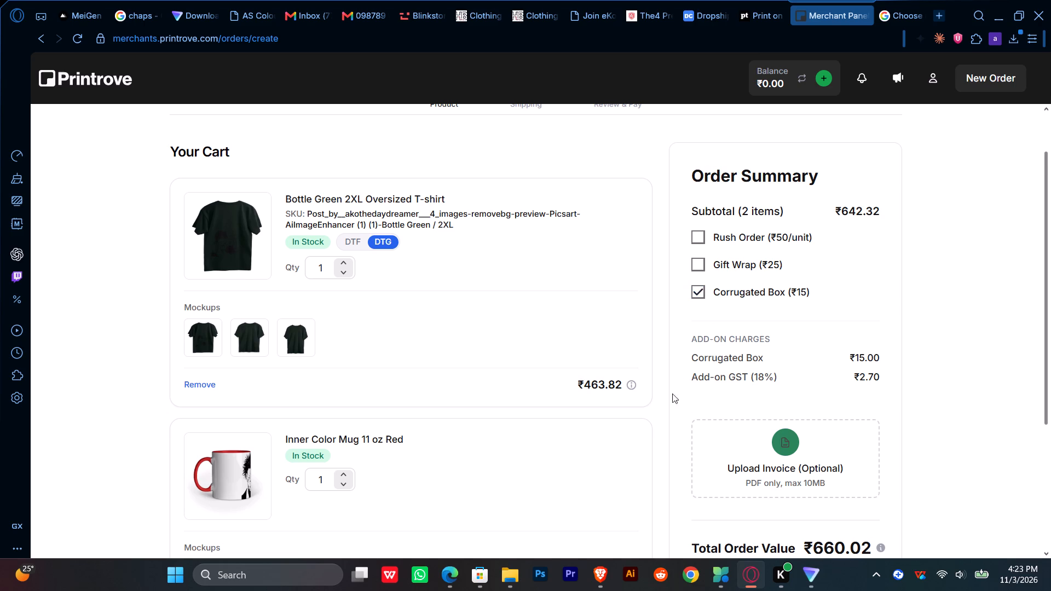
scroll(645, 404, "down", 2)
scroll(641, 406, "up", 1)
scroll(640, 406, "down", 2)
left_click(202, 274)
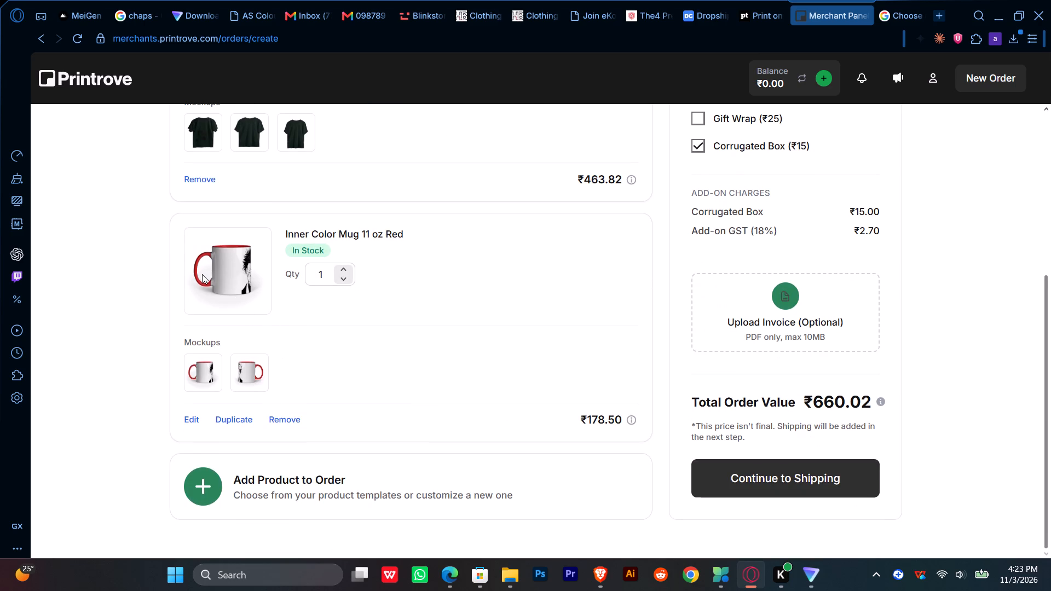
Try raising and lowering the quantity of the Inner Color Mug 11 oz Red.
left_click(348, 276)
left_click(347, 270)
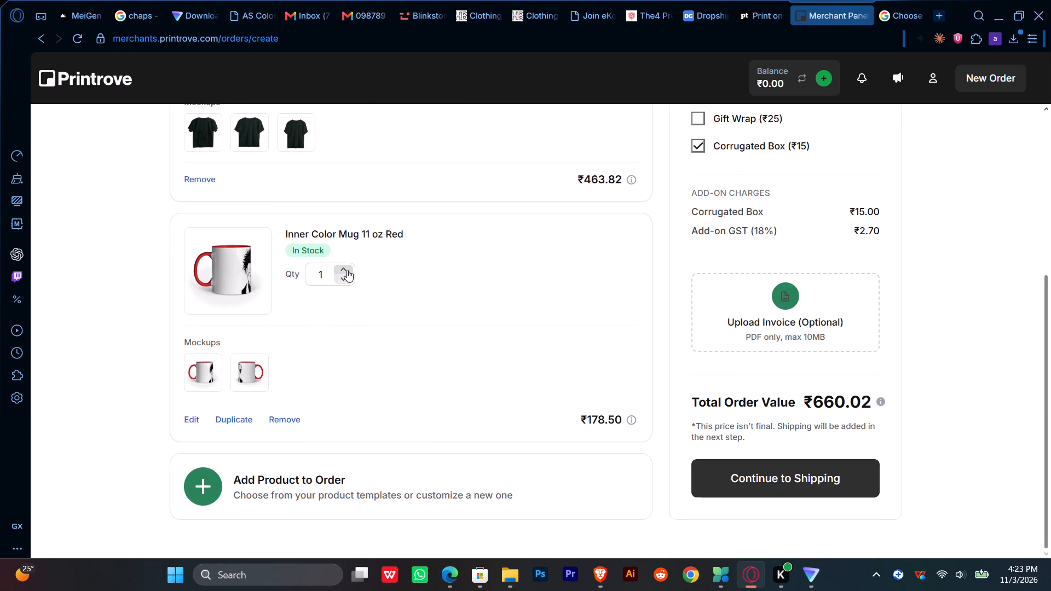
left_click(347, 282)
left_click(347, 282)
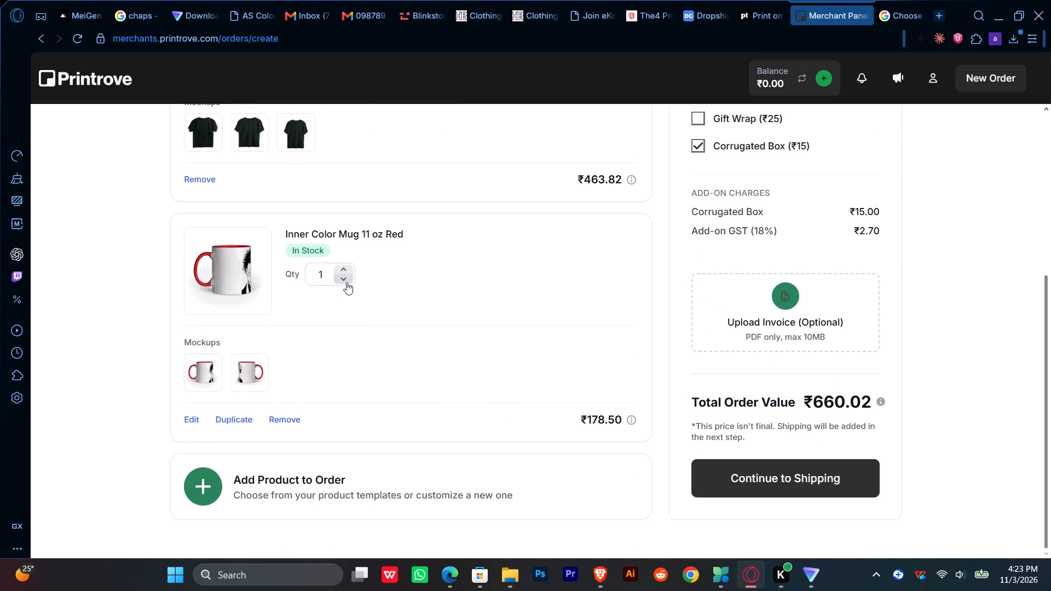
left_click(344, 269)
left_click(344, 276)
Remove the Inner Color Mug 11 oz Red from the cart and review the remaining order.
left_click(285, 424)
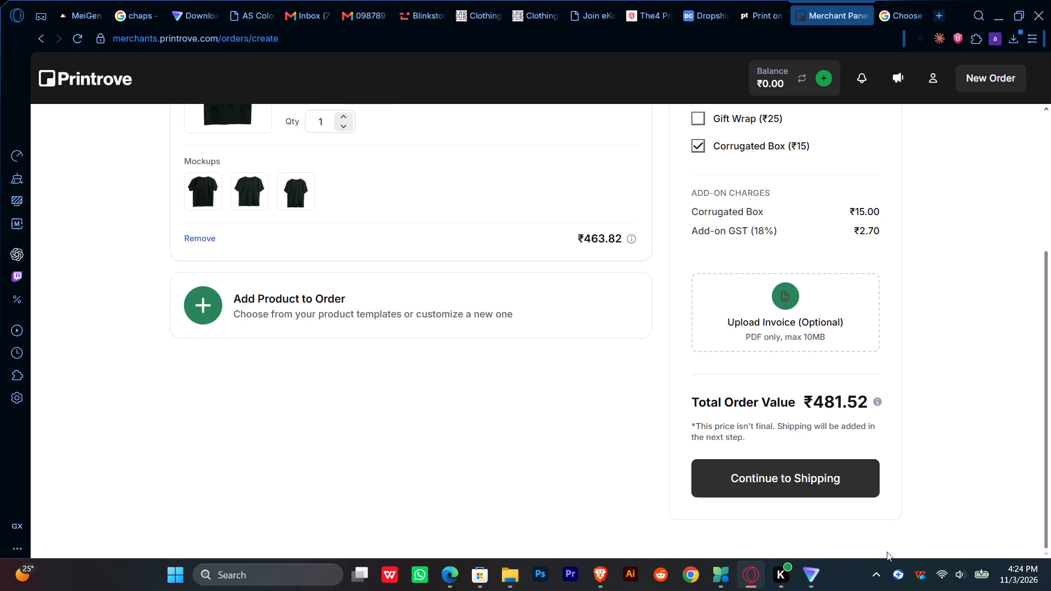
scroll(876, 544, "up", 3)
scroll(876, 544, "down", 4)
scroll(1028, 523, "up", 2)
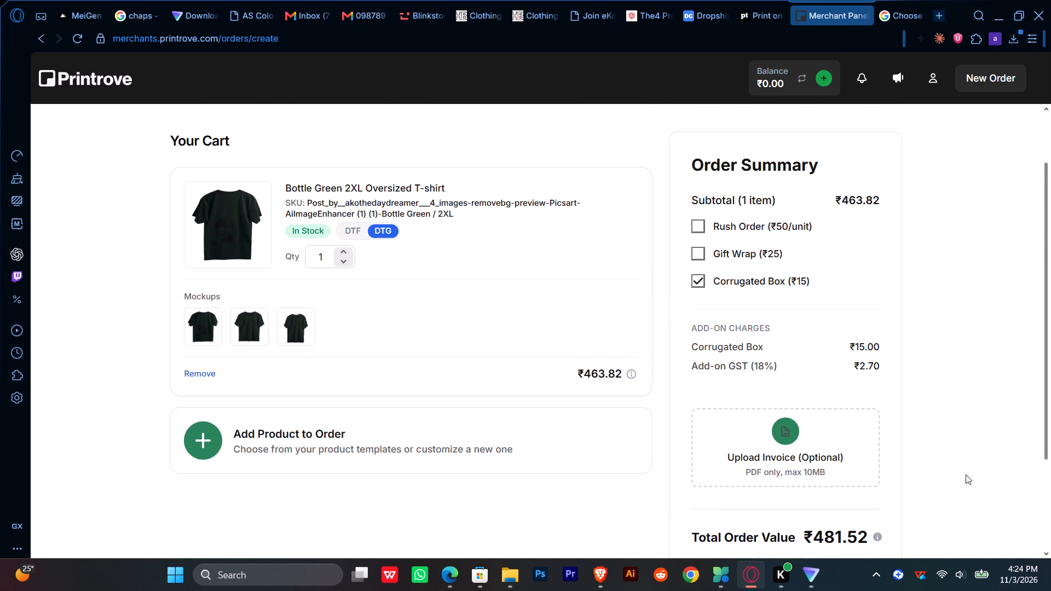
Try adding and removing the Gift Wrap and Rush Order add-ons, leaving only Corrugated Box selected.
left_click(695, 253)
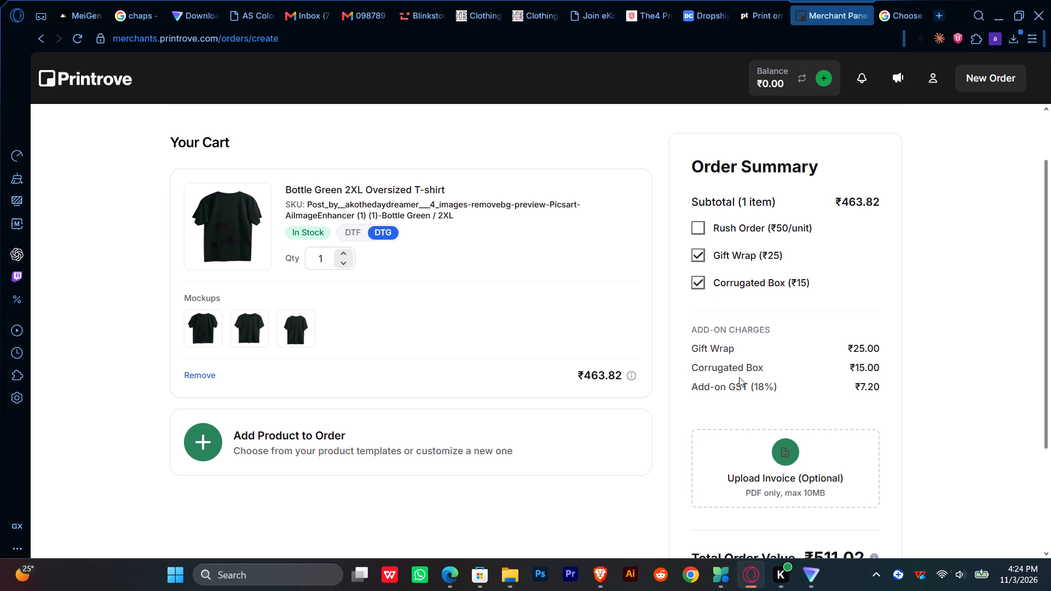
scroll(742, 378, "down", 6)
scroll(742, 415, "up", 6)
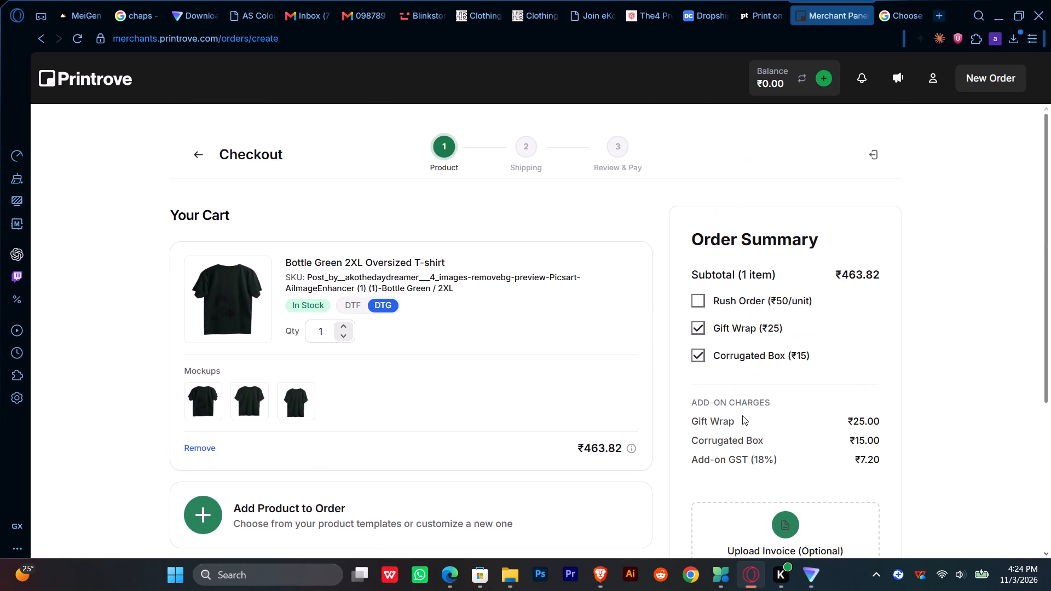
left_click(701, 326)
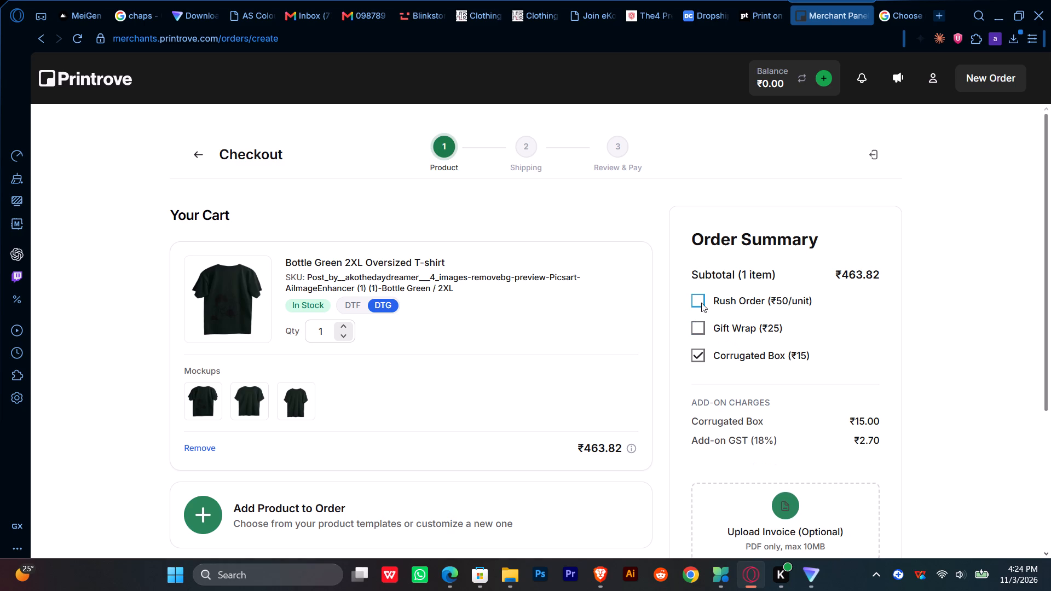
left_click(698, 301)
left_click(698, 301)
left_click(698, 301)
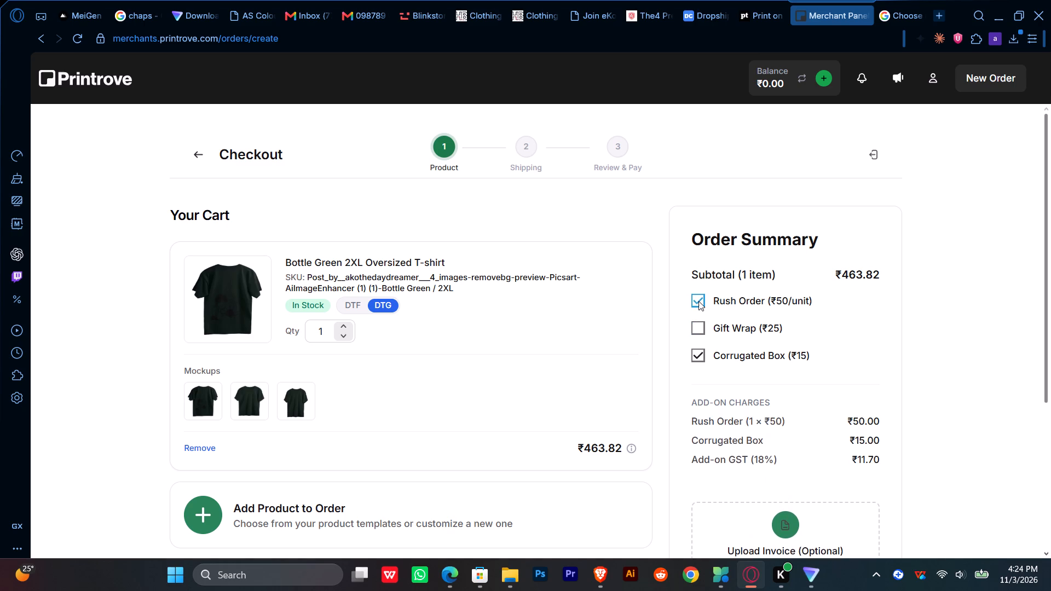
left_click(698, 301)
Continue the order to shipping, view the order and shipping detail fields, and return to the merchant dashboard.
scroll(740, 483, "down", 4)
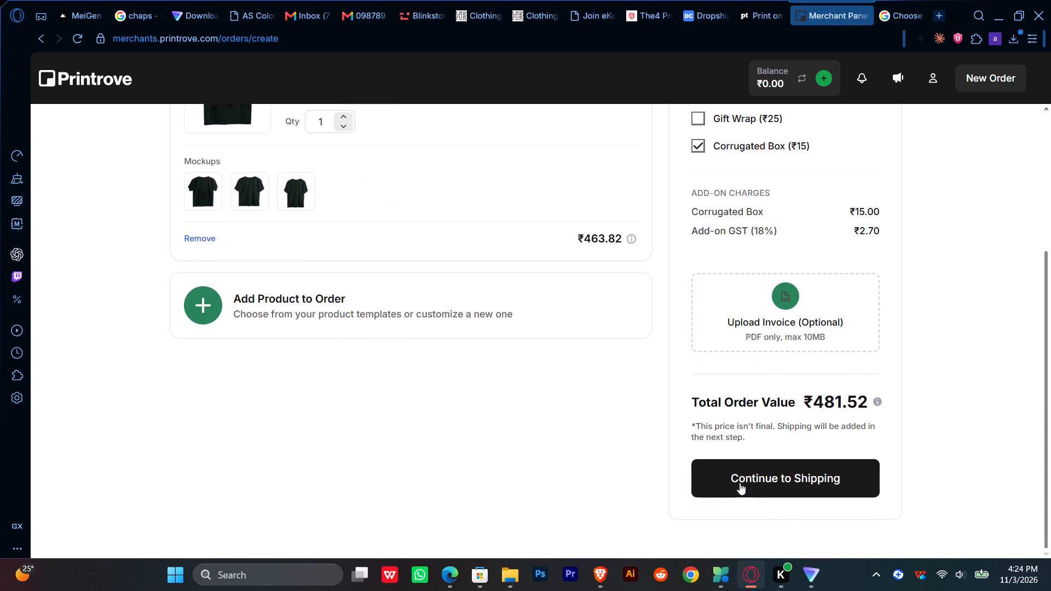
left_click(740, 483)
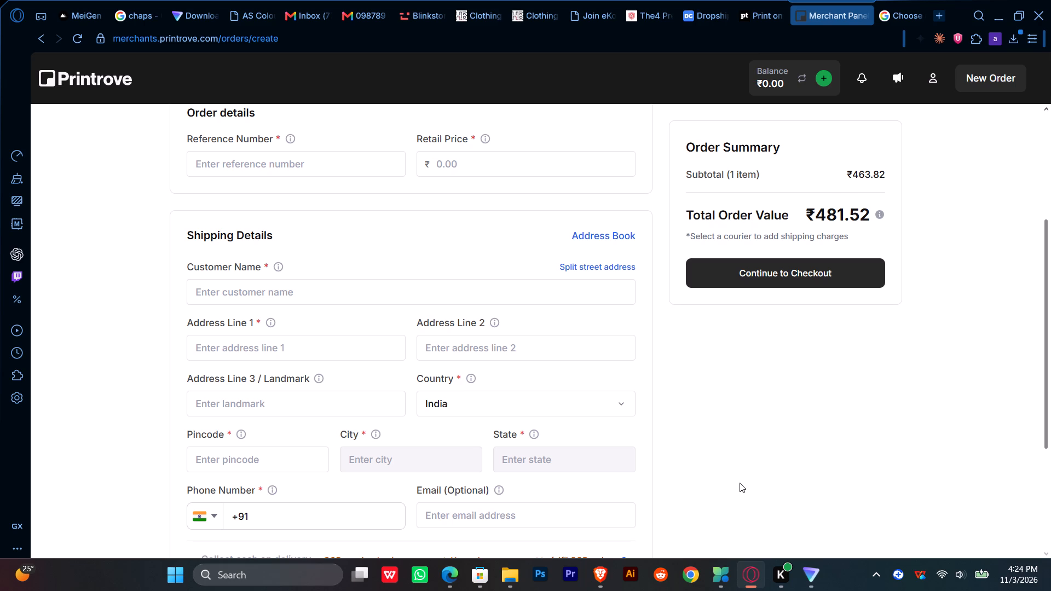
left_click(46, 42)
left_click(46, 42)
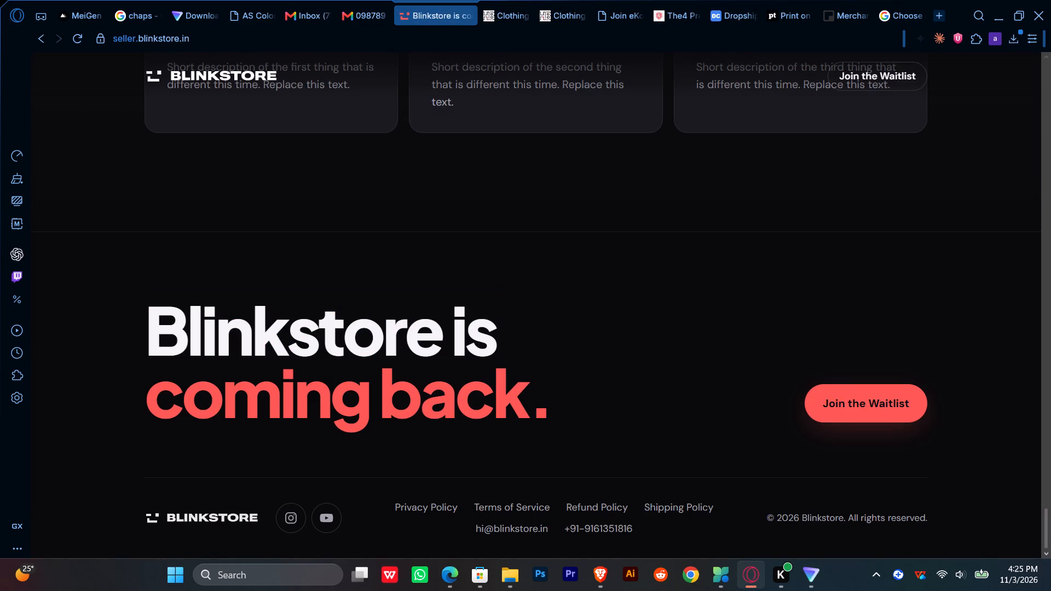